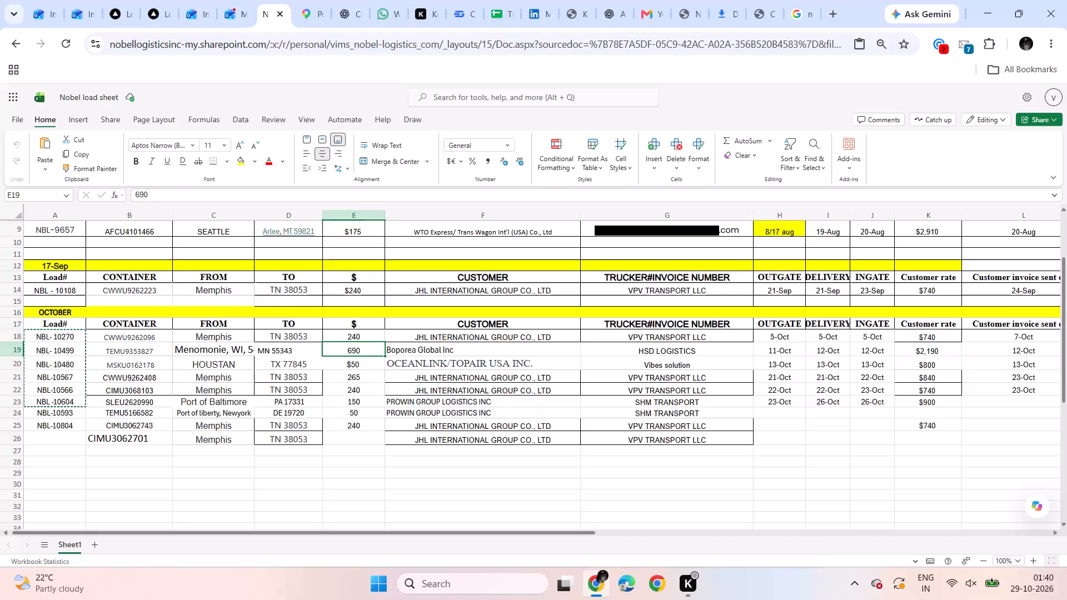
Review the $ column amounts of the October loads from NBL-10480 through NBL-10604, one load at a time.
{"action": "left_click", "coordinate": [87, 367]}
{"action": "left_click", "coordinate": [77, 368]}
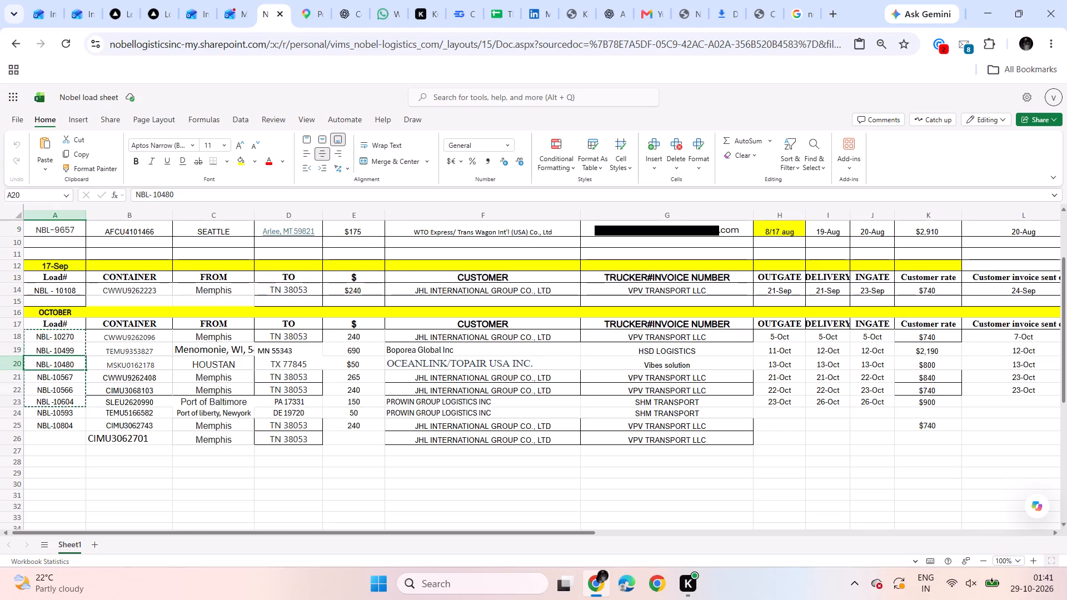
{"action": "left_click", "coordinate": [367, 367]}
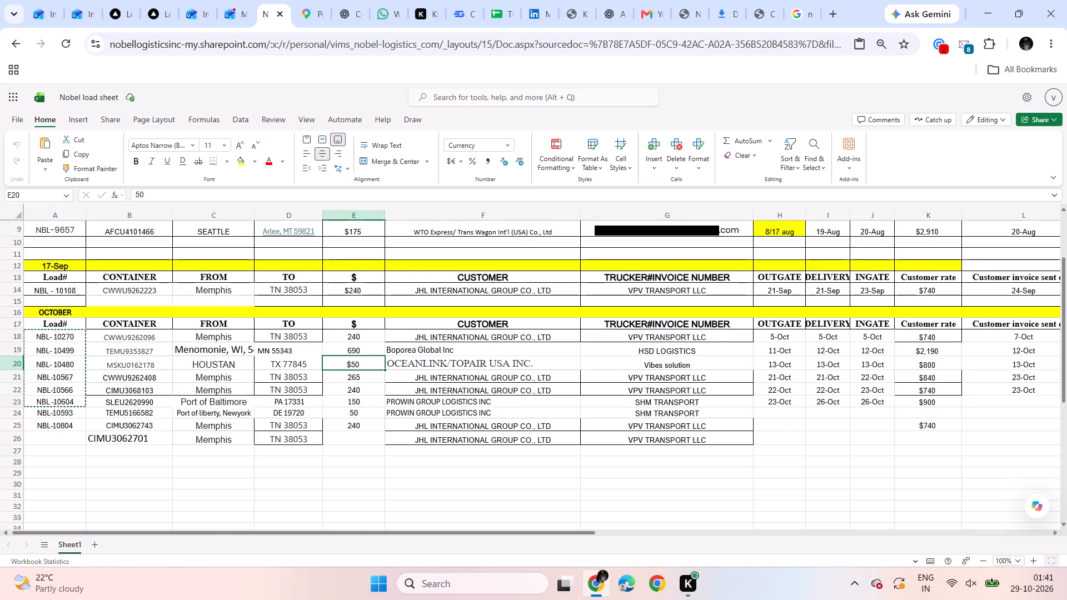
{"action": "left_click", "coordinate": [373, 378]}
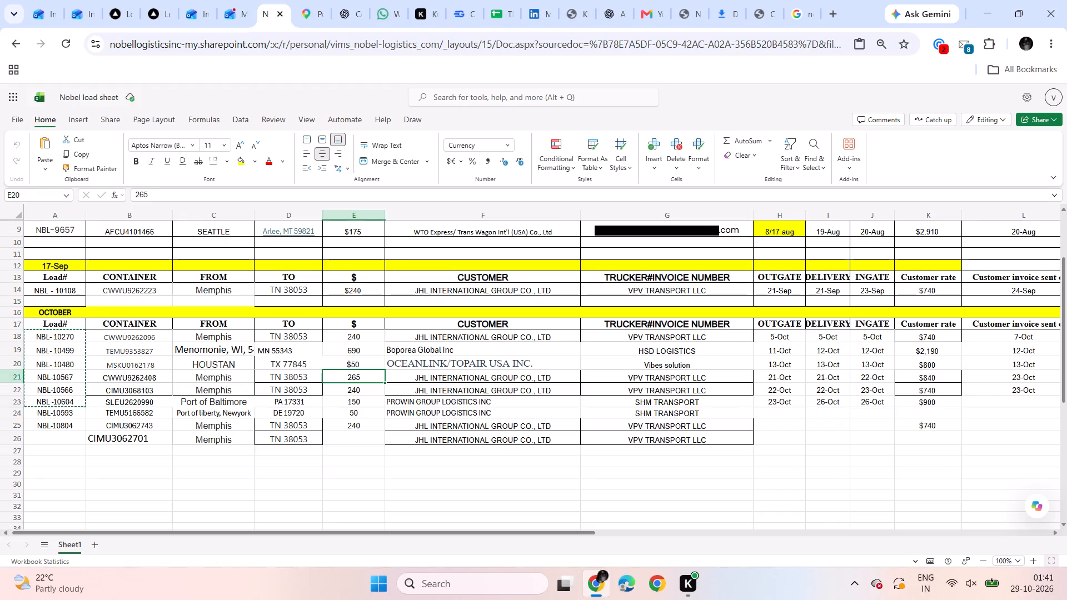
{"action": "left_click", "coordinate": [372, 388]}
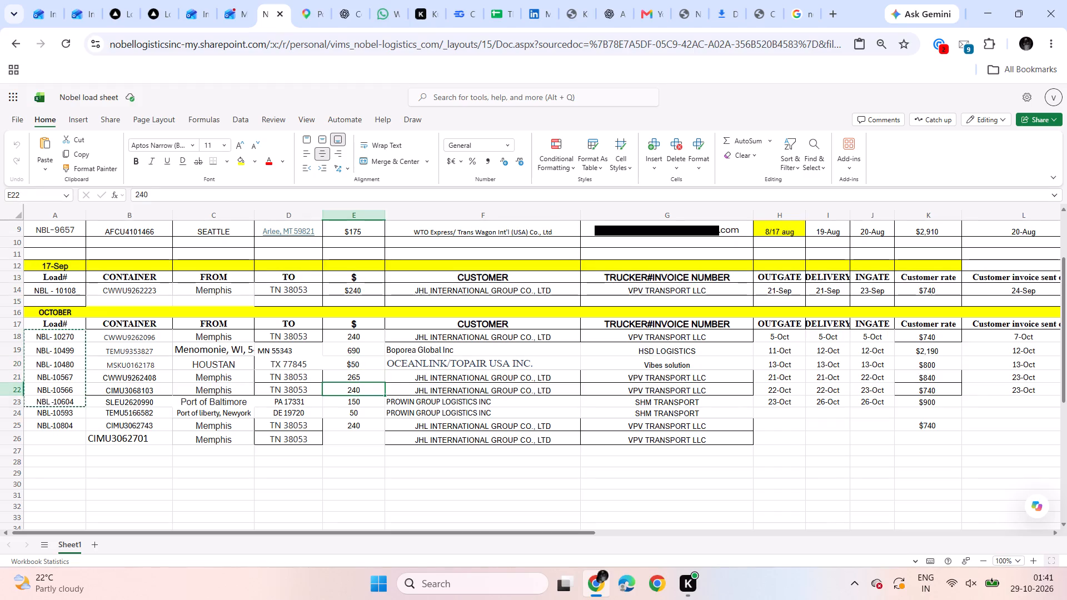
{"action": "left_click", "coordinate": [362, 402]}
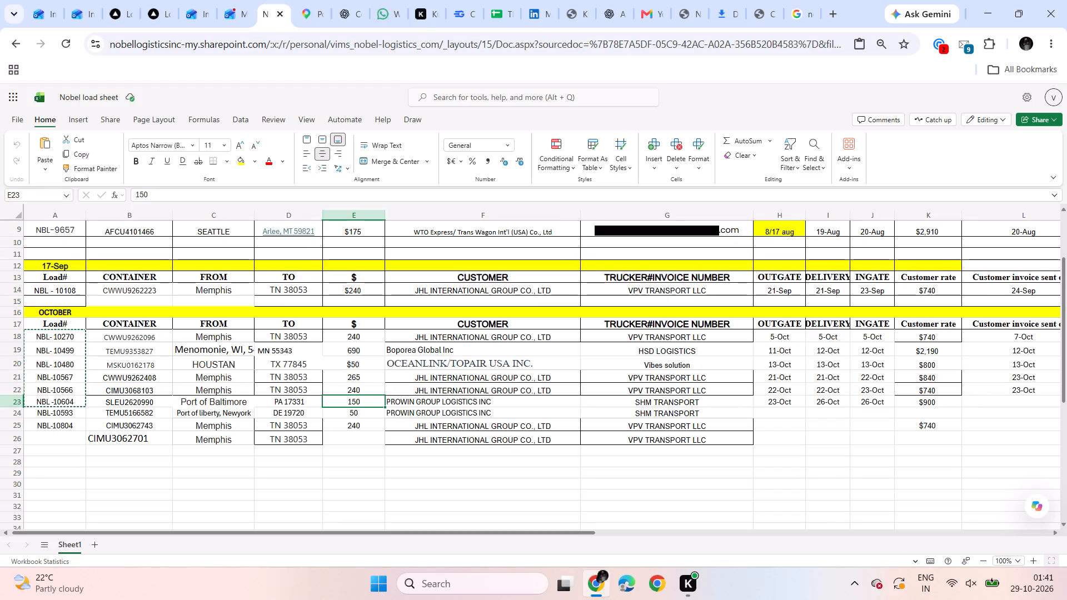
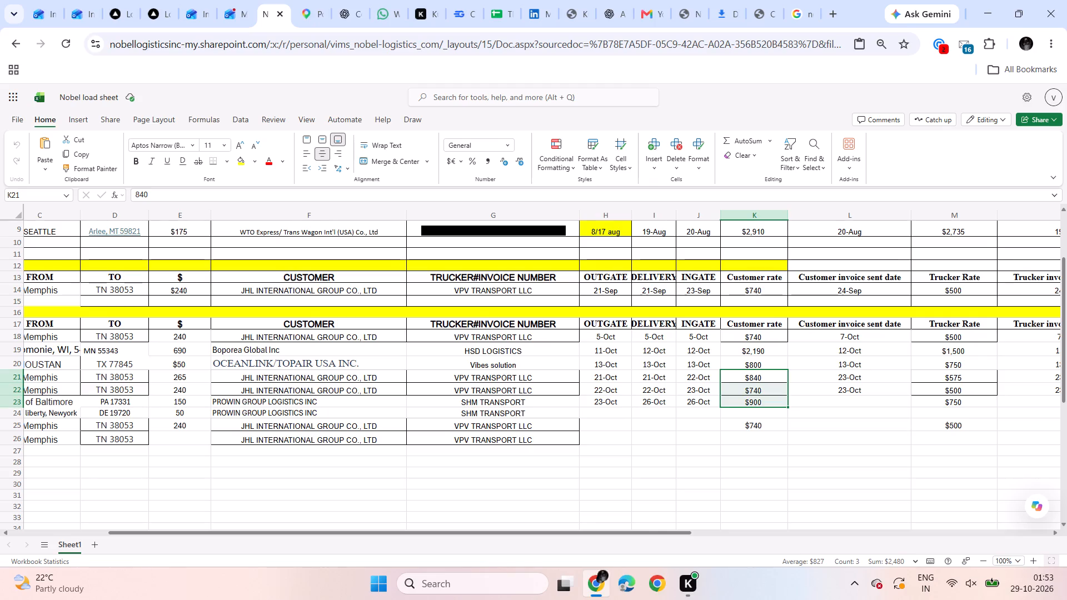
Check the Load# entries NBL-10567 and NBL-10566 in the October section and select the two together.
{"action": "left_click_drag", "start_coordinate": [675, 531], "coordinate": [666, 535]}
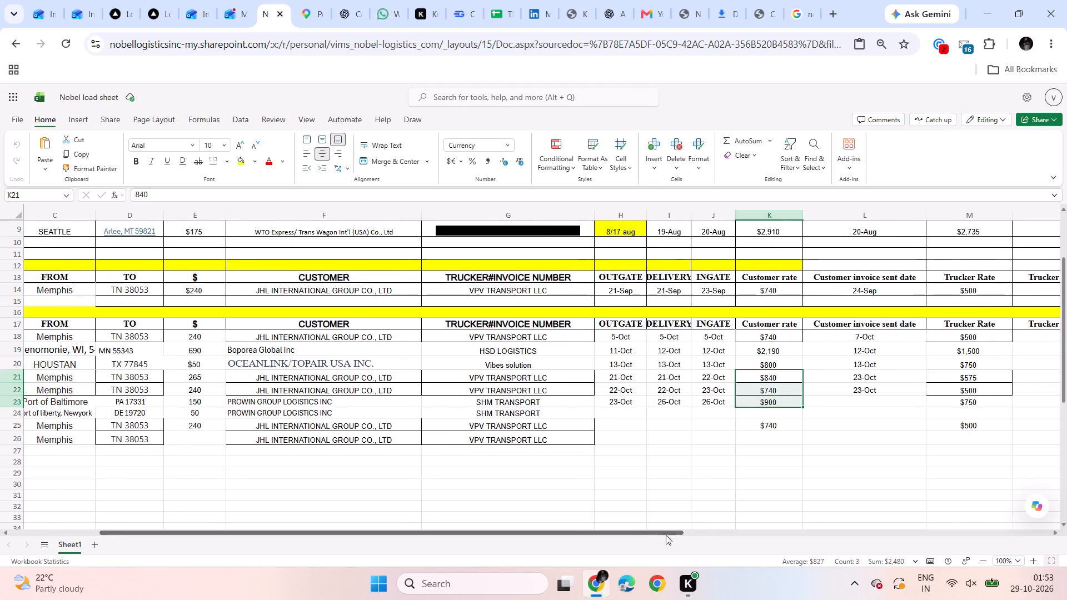
{"action": "left_click_drag", "start_coordinate": [666, 535], "coordinate": [610, 530]}
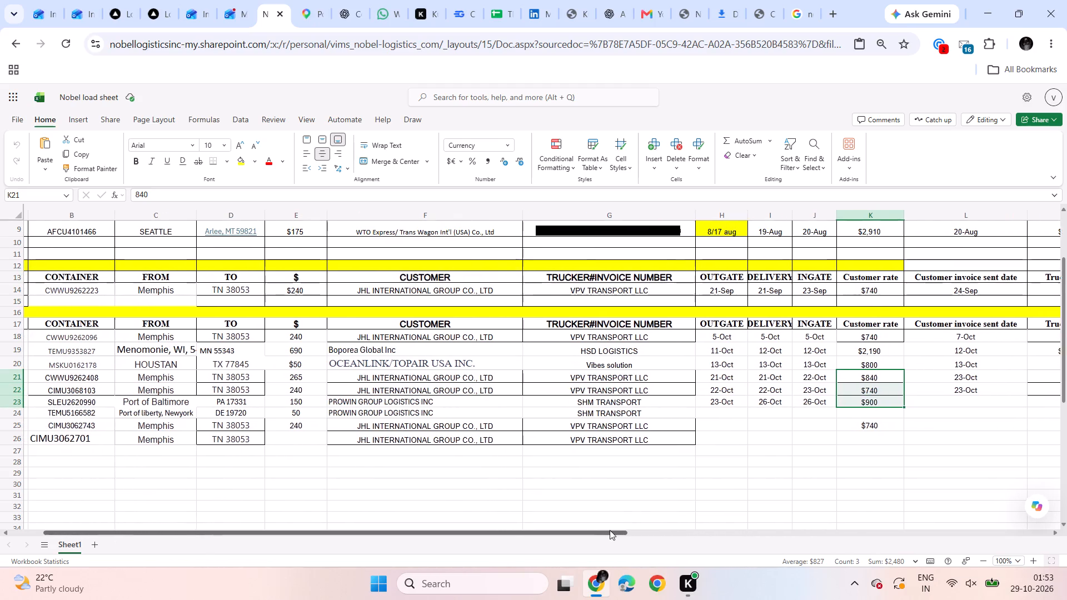
{"action": "left_click_drag", "start_coordinate": [610, 530], "coordinate": [550, 529]}
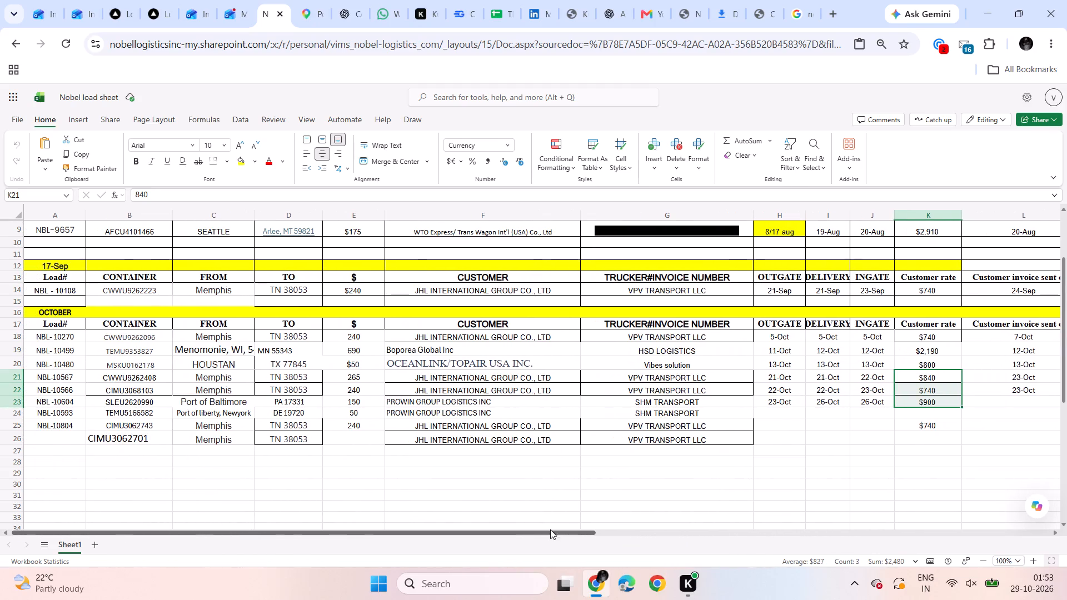
{"action": "left_click_drag", "start_coordinate": [550, 529], "coordinate": [510, 528]}
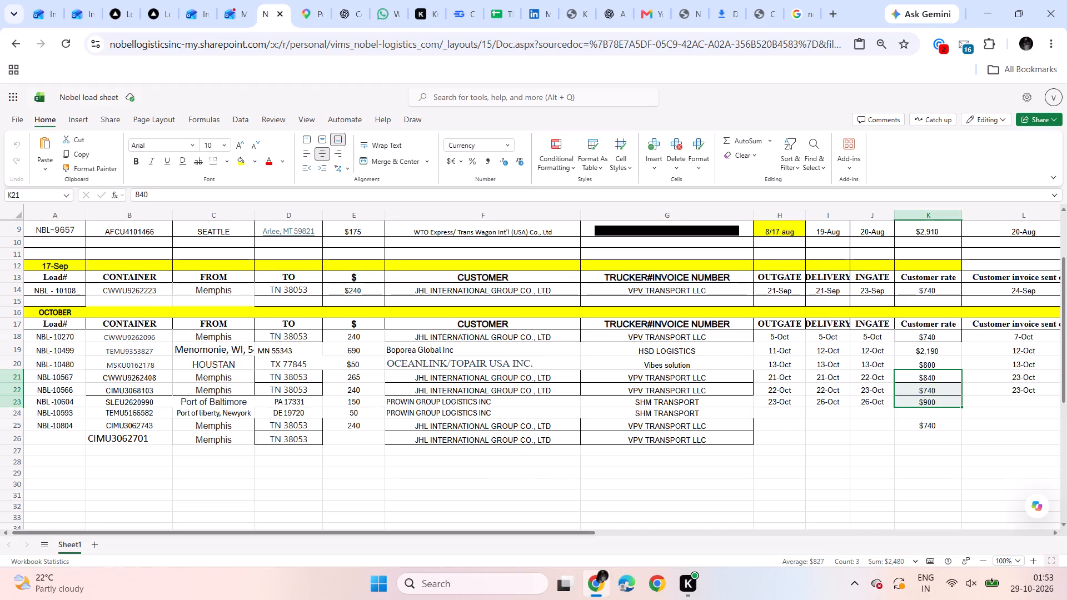
{"action": "left_click", "coordinate": [74, 378]}
{"action": "left_click", "coordinate": [74, 387]}
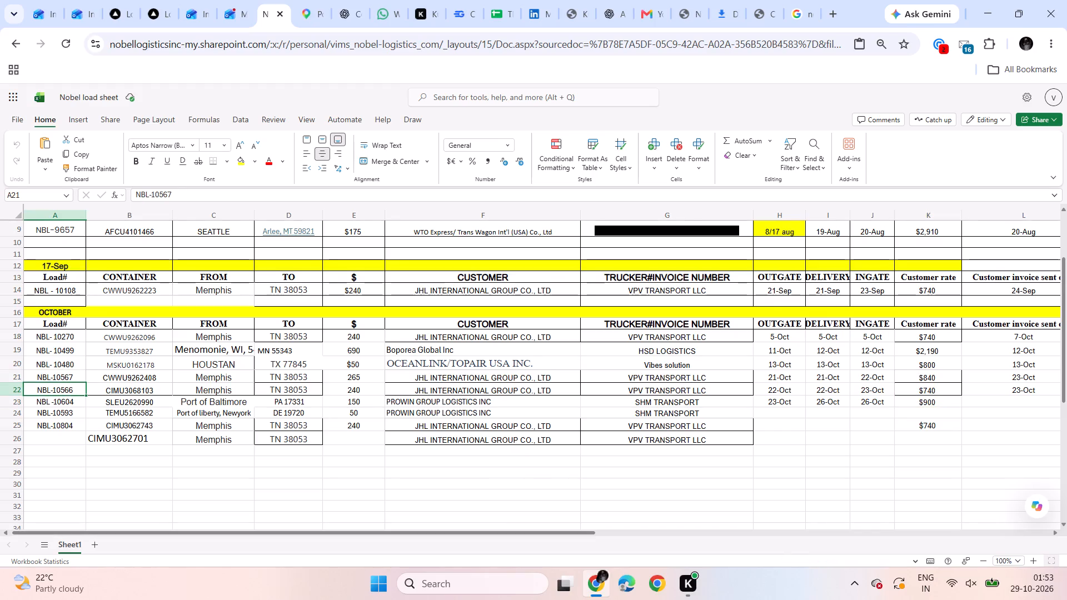
{"action": "left_click_drag", "start_coordinate": [79, 374], "coordinate": [78, 388]}
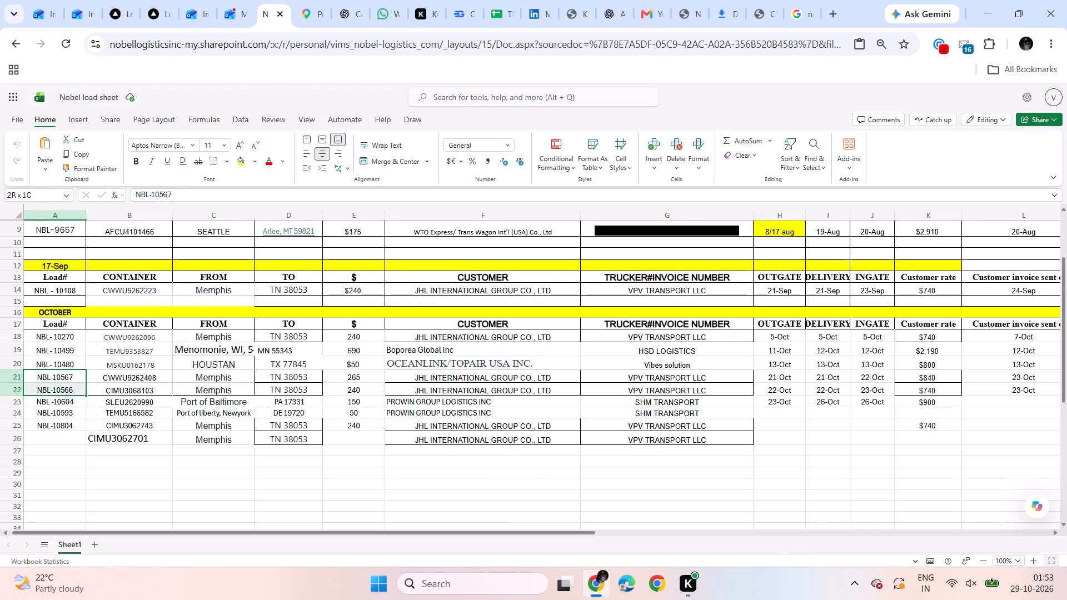
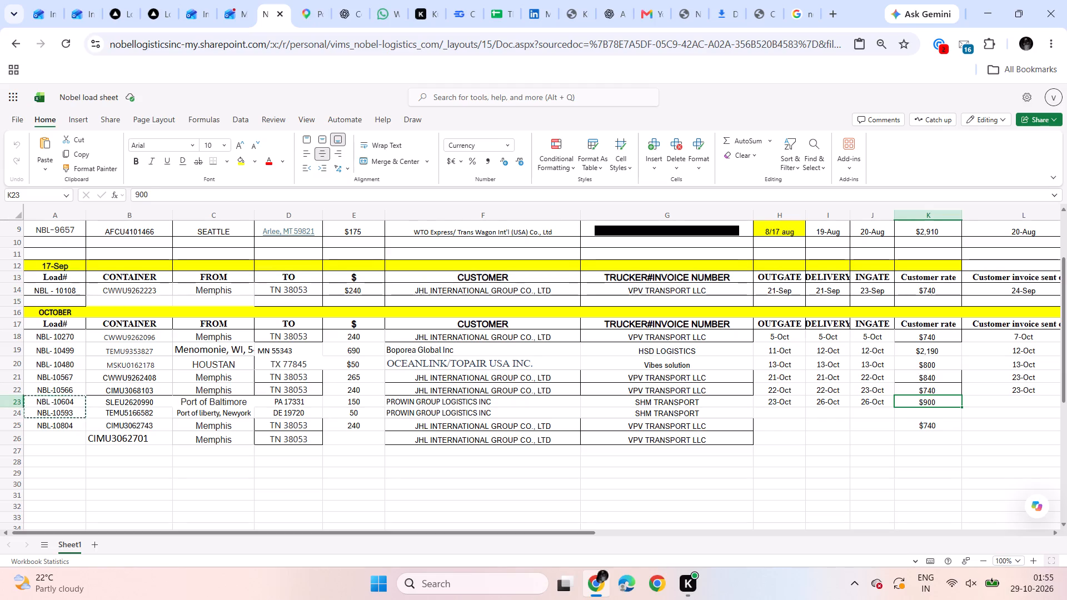
Enter $1400 as the customer rate for load NBL-10593 in the October section.
{"action": "left_click", "coordinate": [912, 413]}
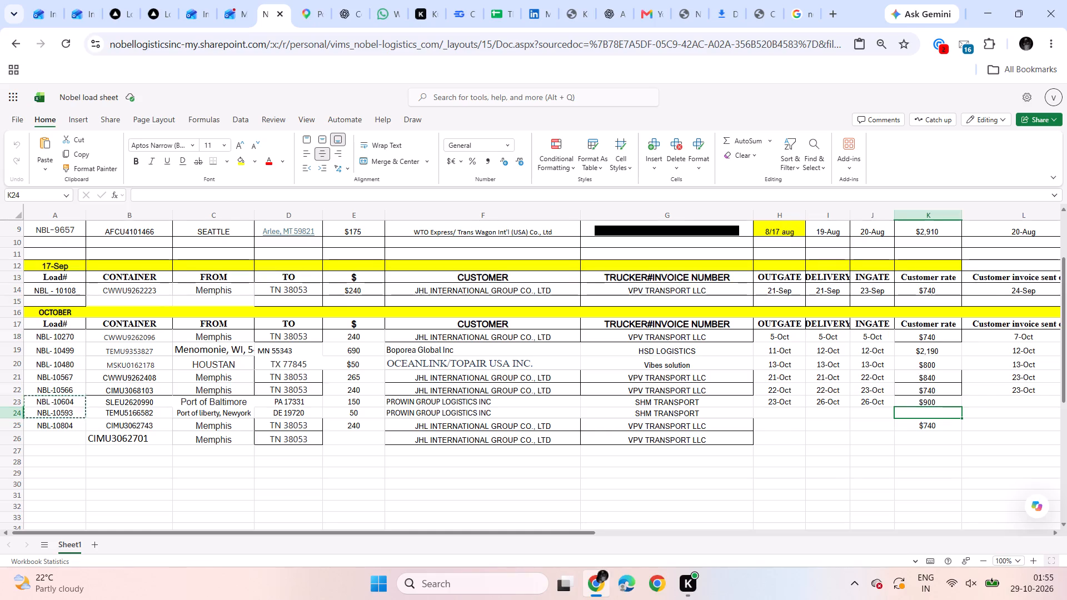
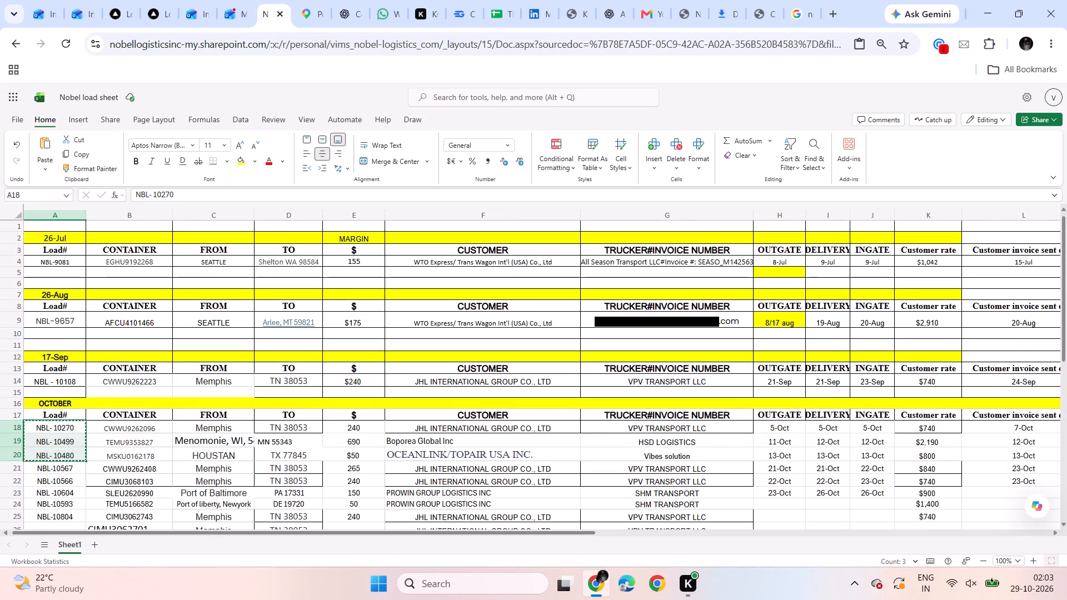
Select the Load# column cells from the 26-Jul heading down through load NBL-9657.
{"action": "left_click", "coordinate": [74, 234]}
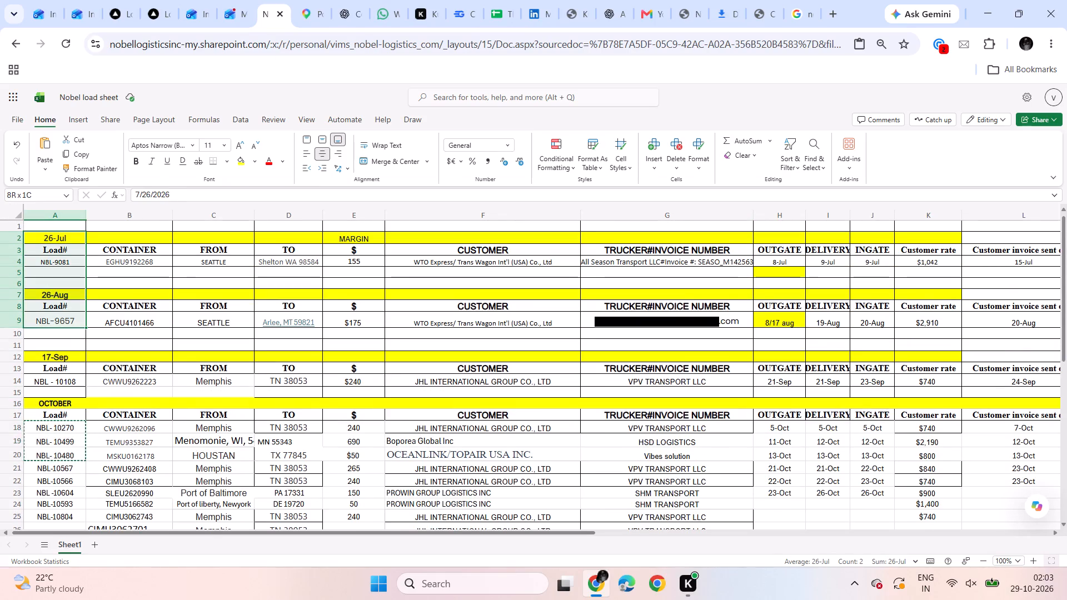